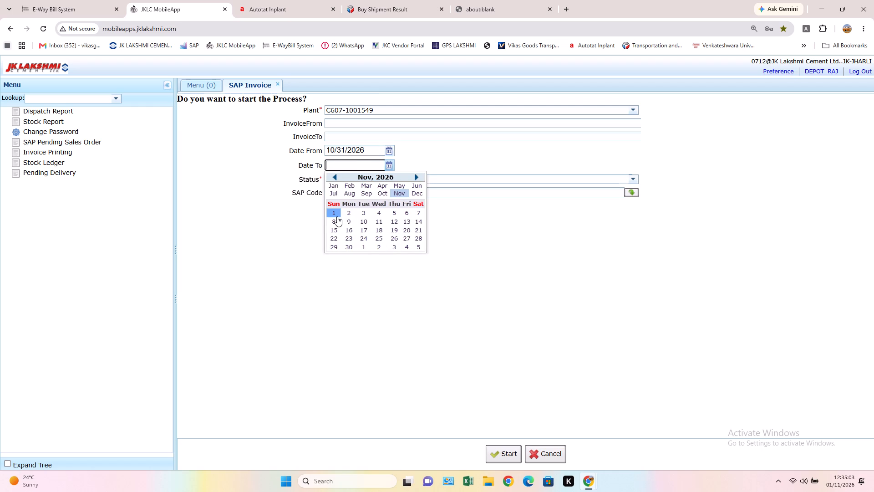
left_click(371, 194)
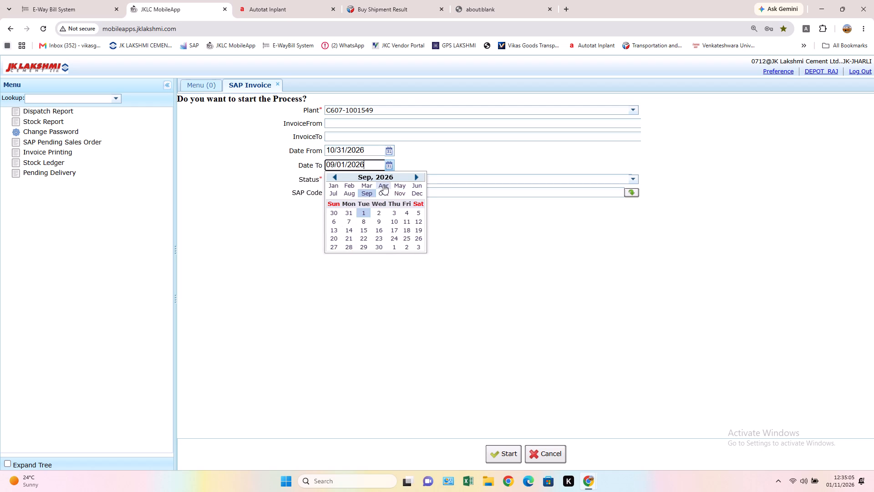
left_click(382, 191)
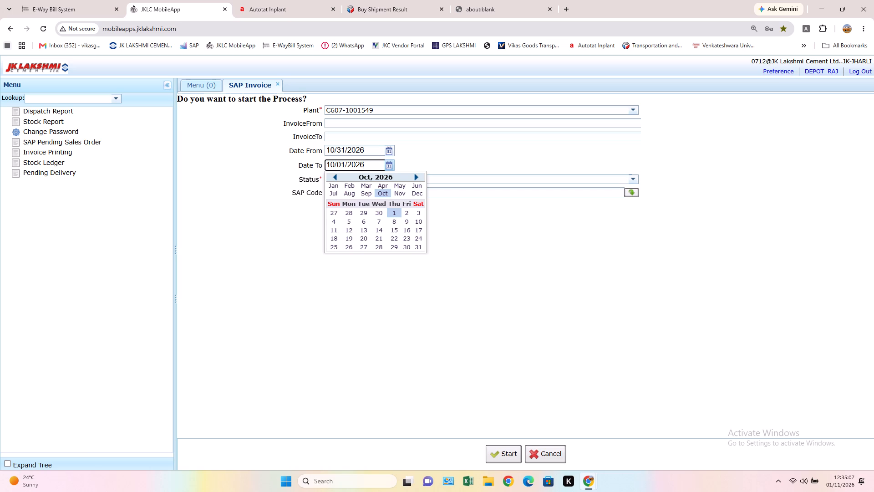
left_click(391, 150)
left_click(406, 232)
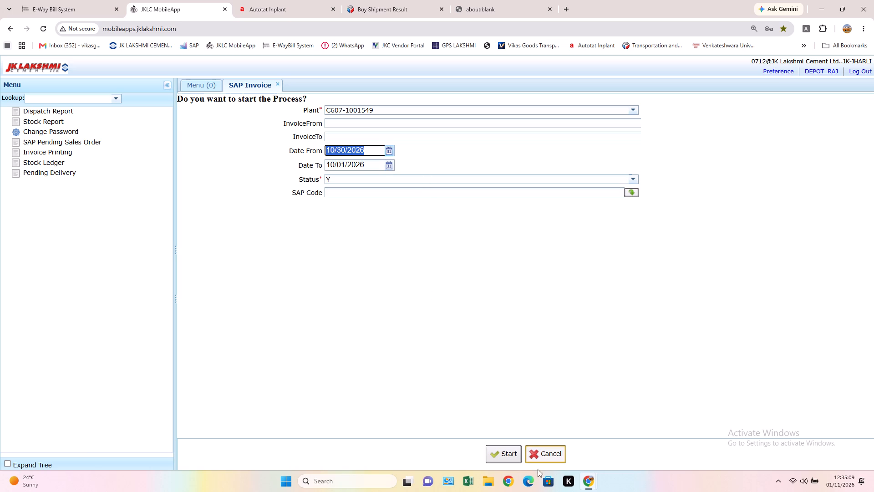
left_click(388, 165)
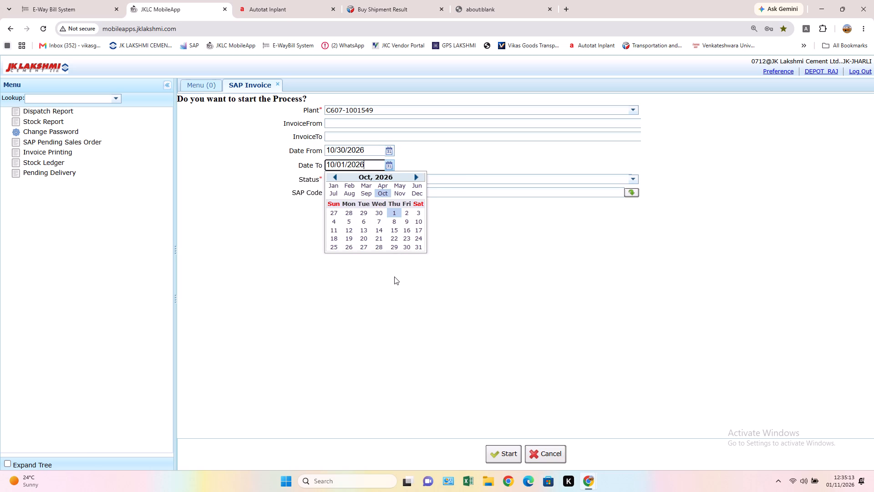
left_click(367, 193)
left_click(379, 195)
left_click(407, 247)
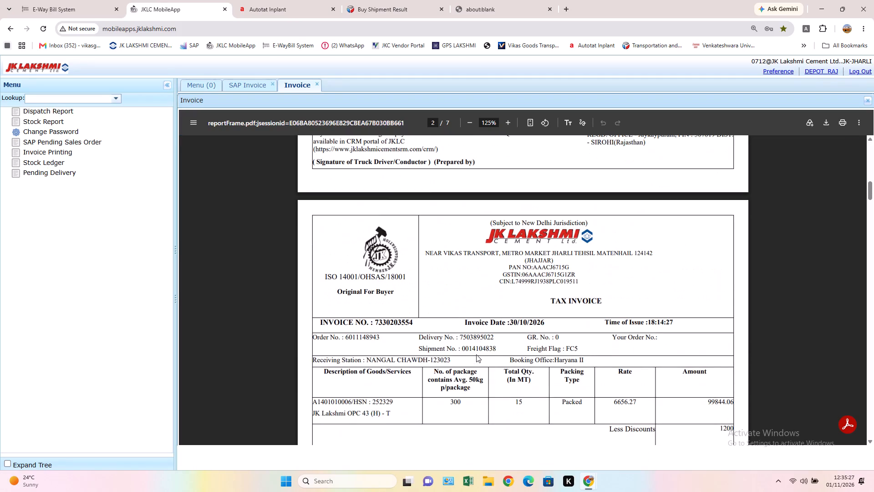
key("ctrl+f")
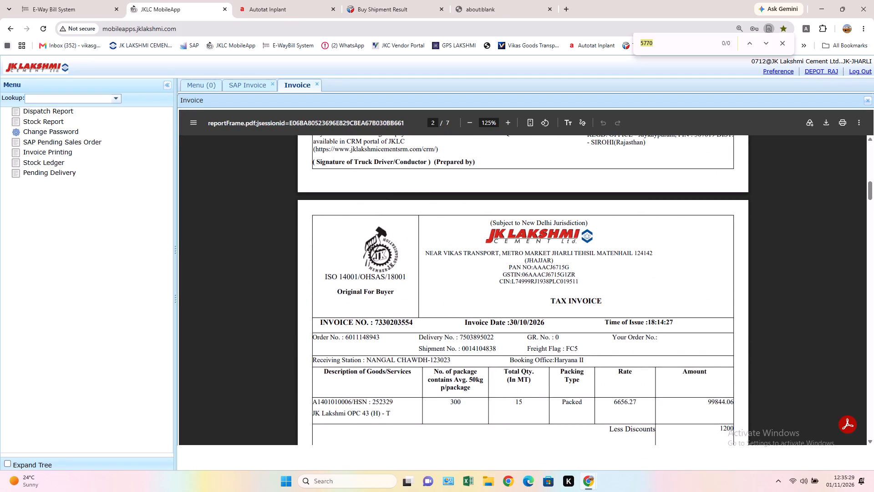
type("1456")
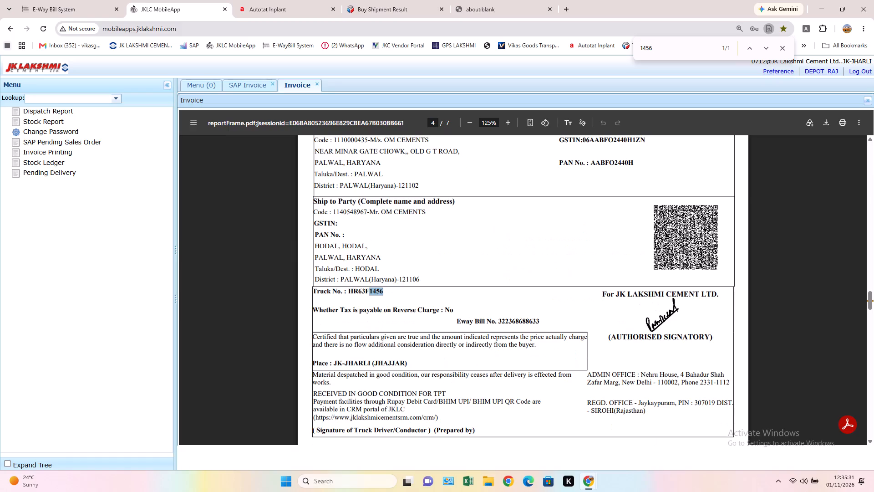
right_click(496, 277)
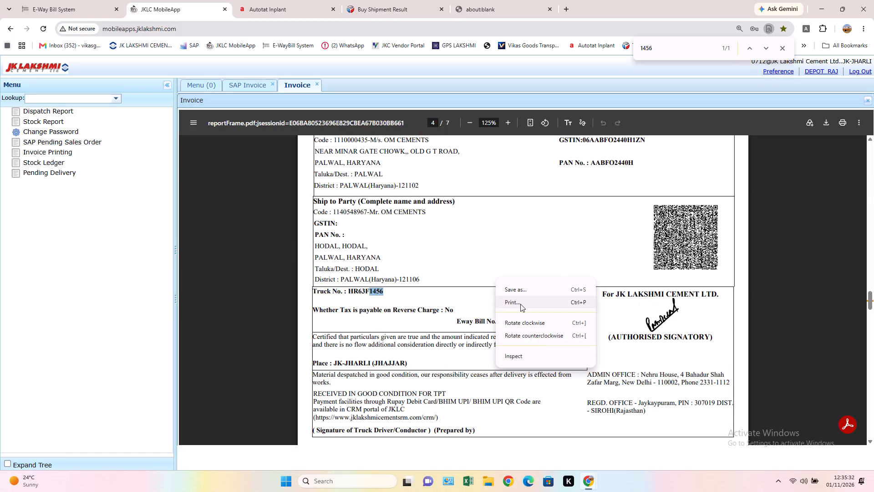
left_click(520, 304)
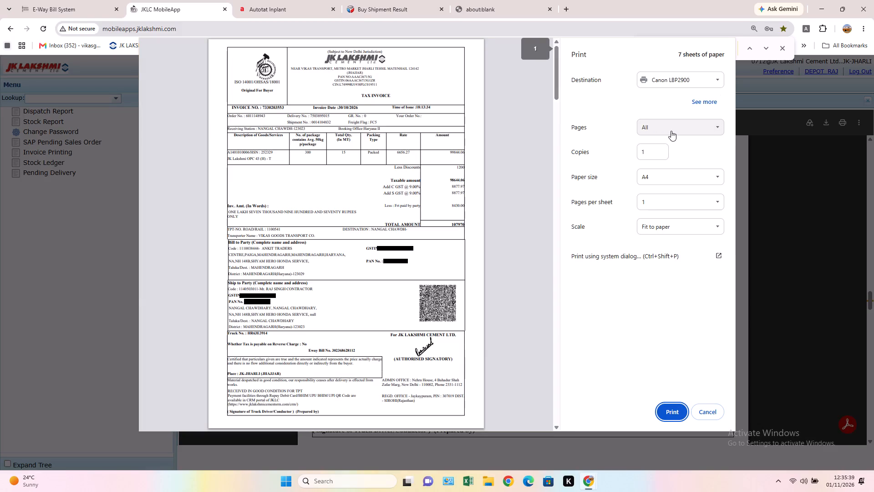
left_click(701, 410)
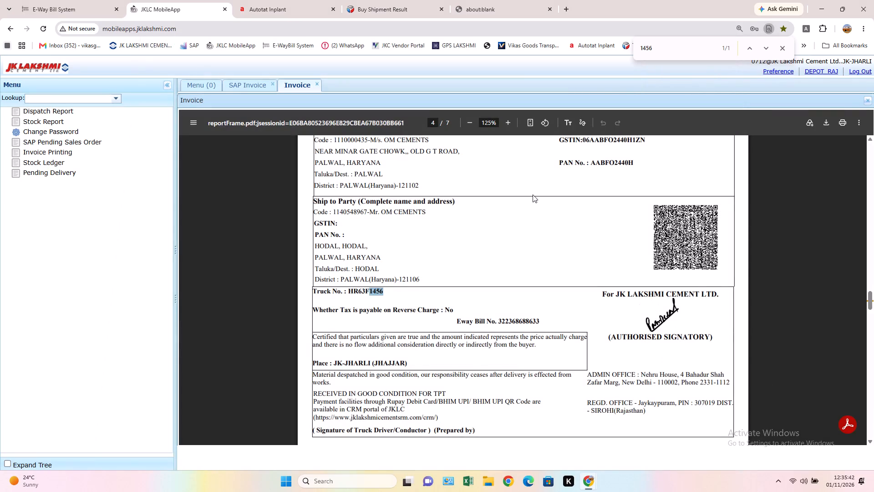
right_click(533, 195)
left_click(561, 217)
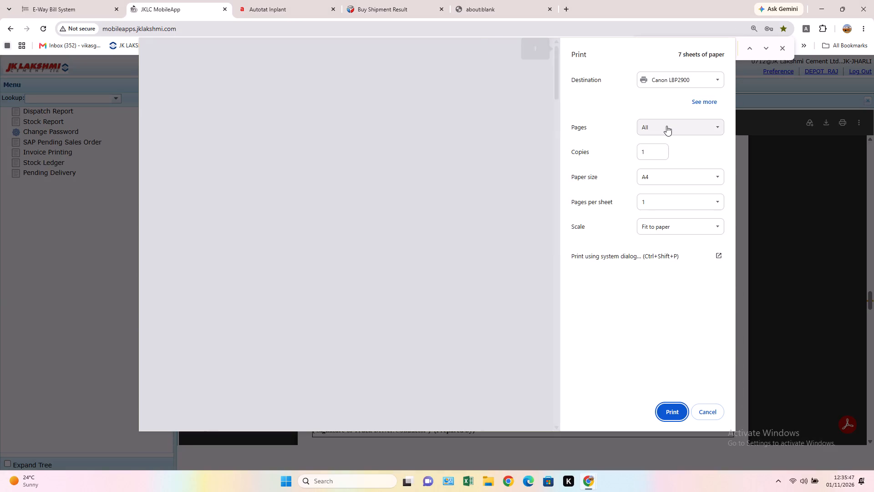
left_click(666, 126)
left_click(664, 172)
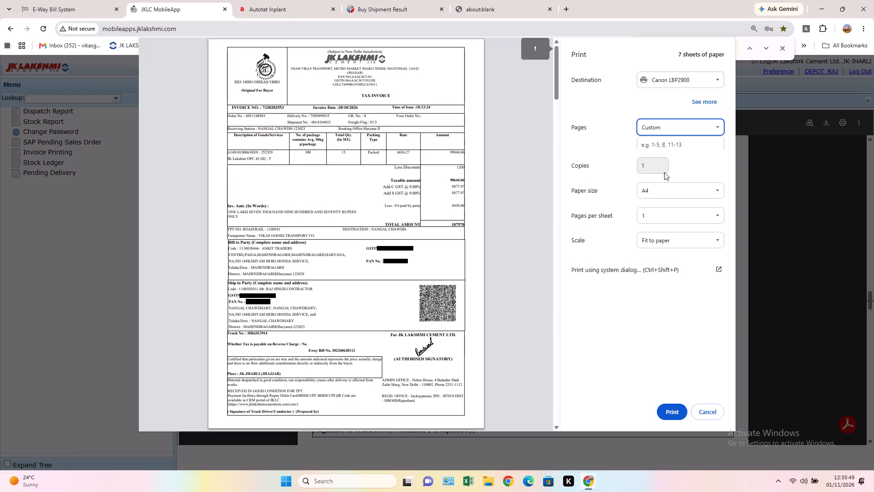
key("4")
key("Return")
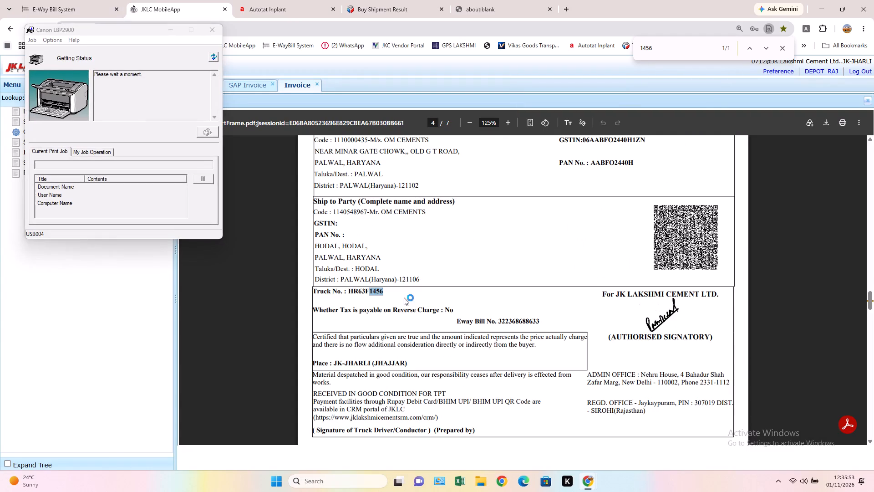
left_click_drag(499, 320, 545, 320)
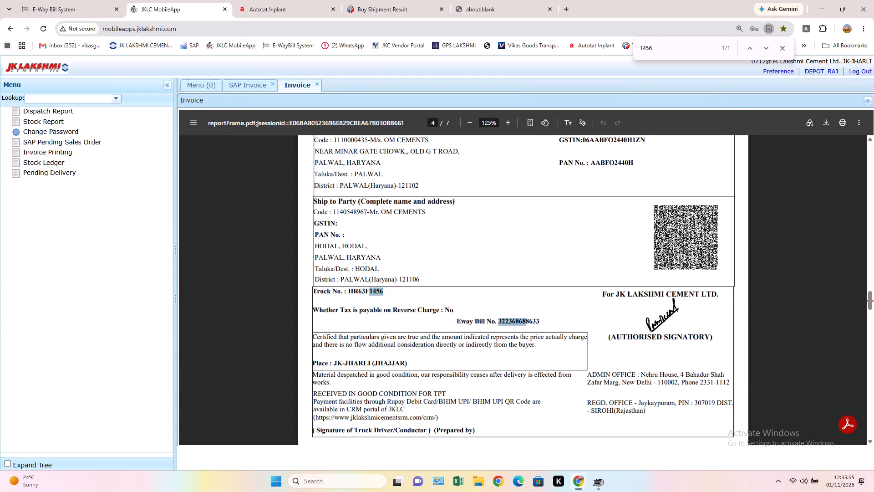
left_click_drag(545, 320, 548, 320)
key("ctrl+c")
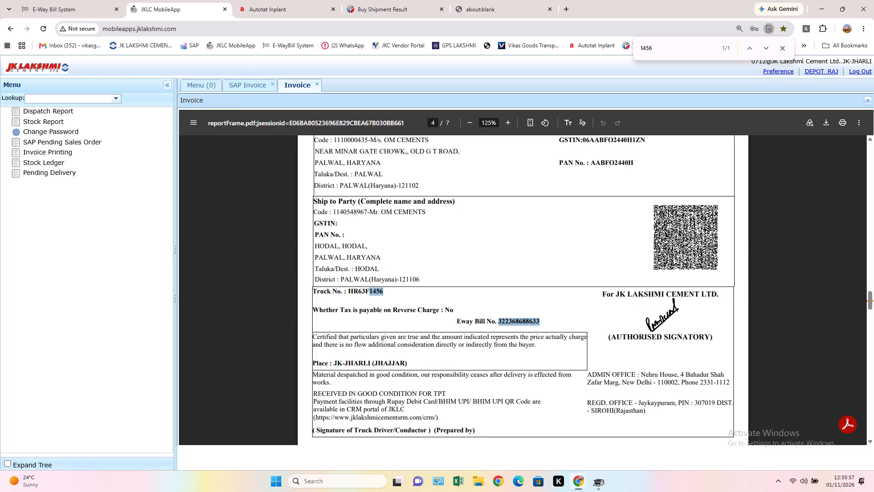
Switch to the E-Way Bill System, examine the new e-Waybill entry form down to Part-B, and return to the main menu.
left_click(68, 5)
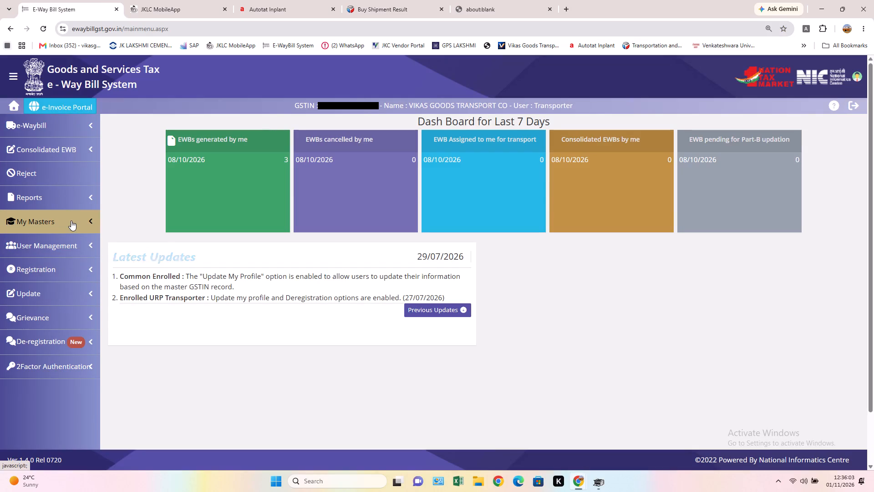
left_click(66, 133)
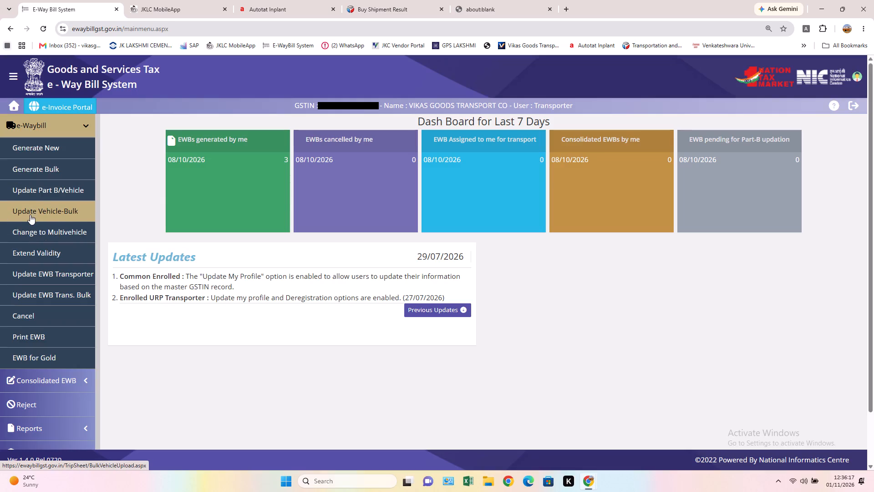
left_click(31, 147)
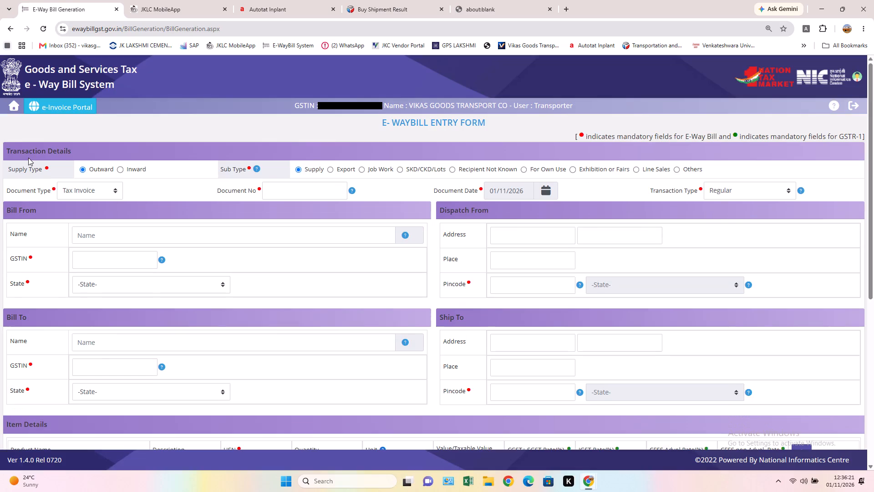
scroll(71, 269, "down", 2)
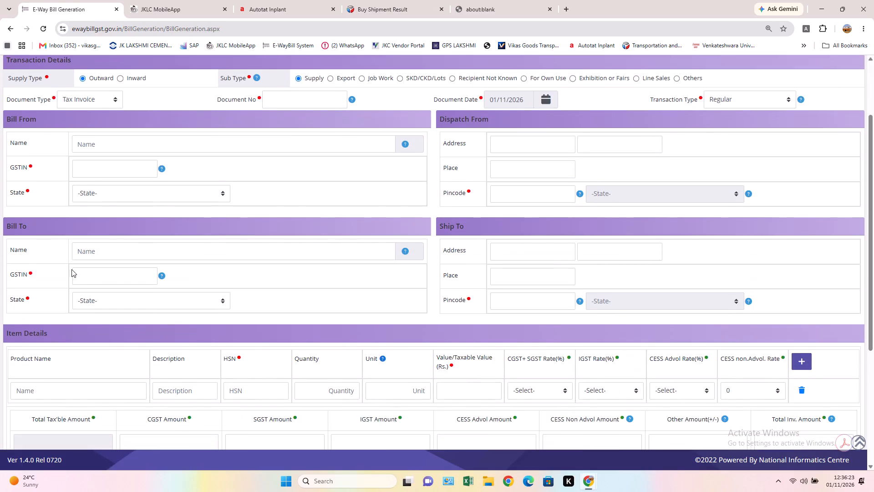
scroll(77, 262, "down", 1)
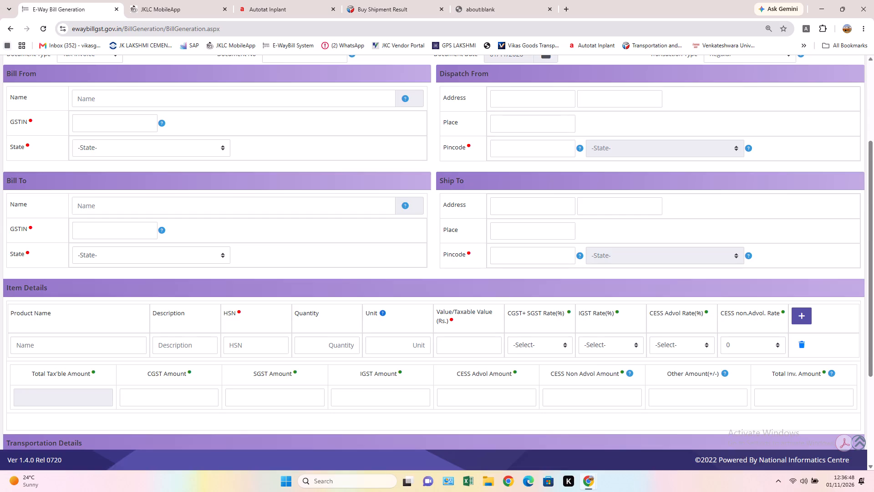
scroll(104, 229, "down", 1)
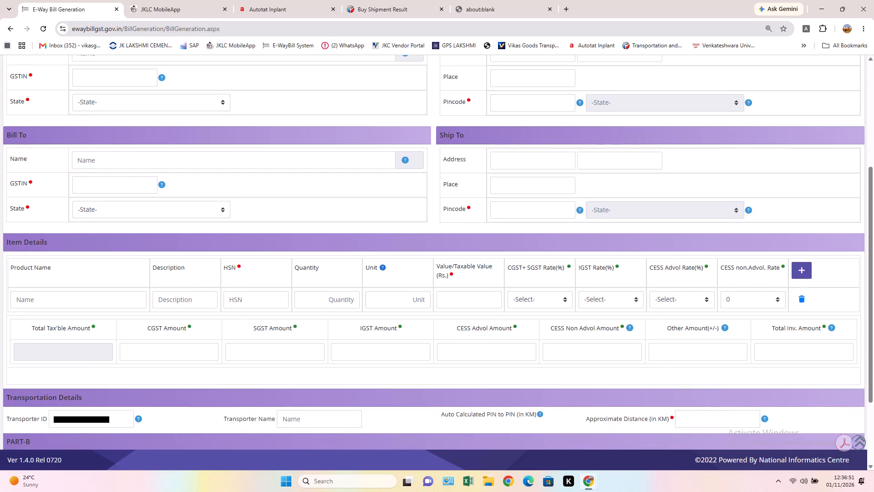
scroll(104, 229, "down", 3)
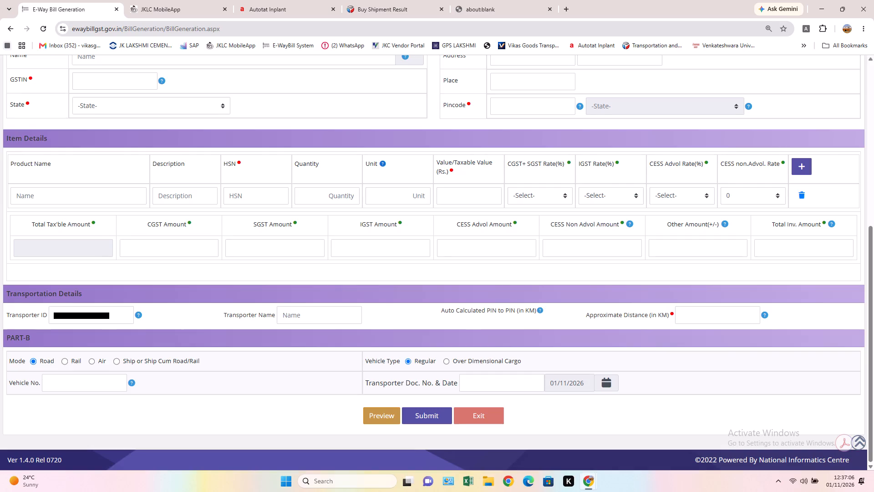
scroll(84, 243, "up", 1)
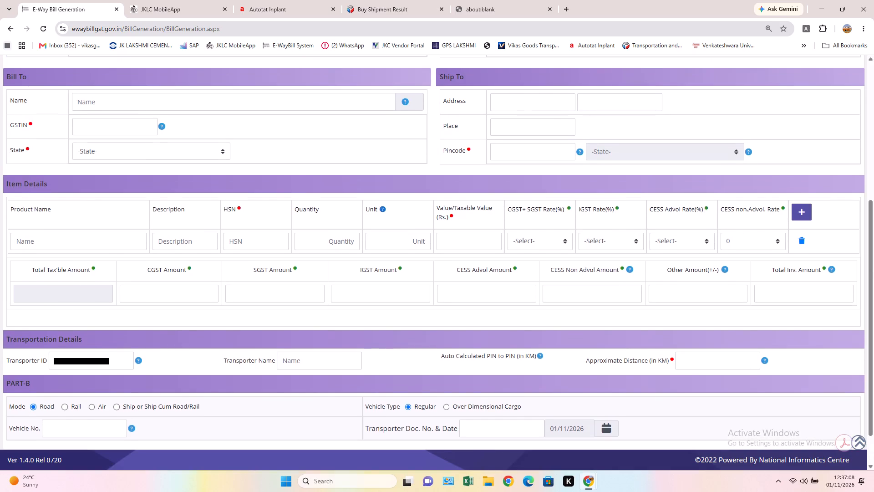
scroll(99, 247, "down", 2)
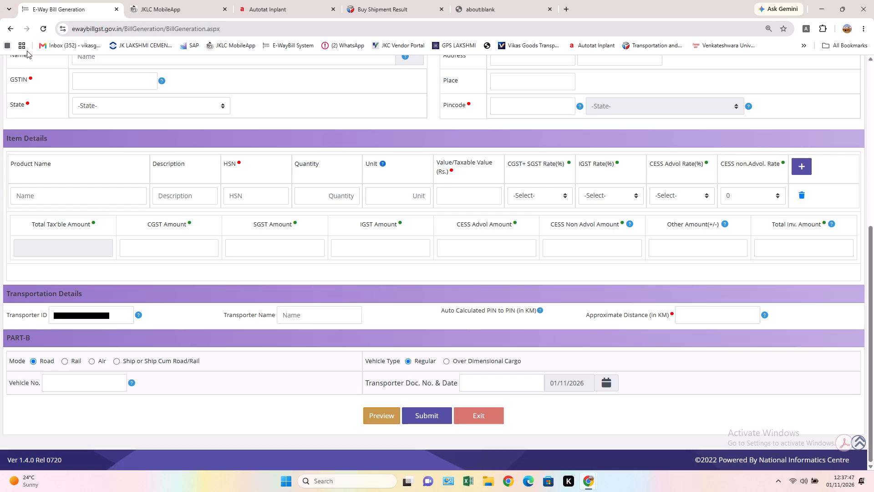
left_click(7, 31)
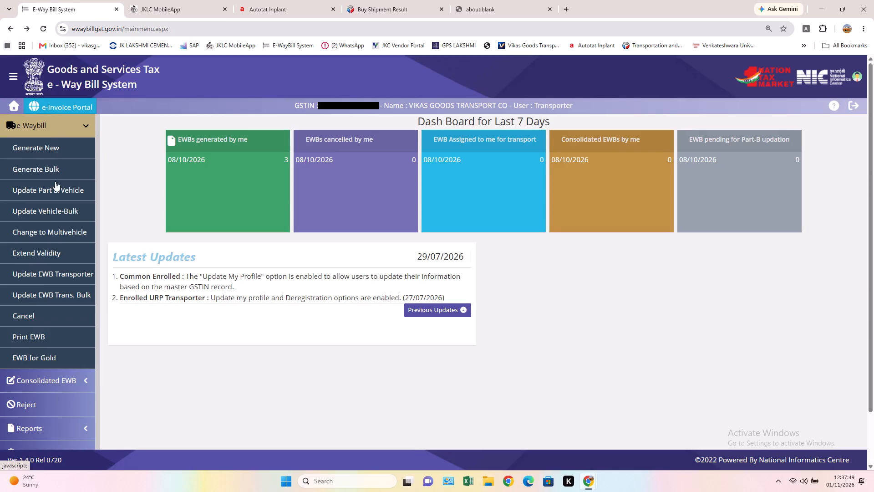
left_click(26, 340)
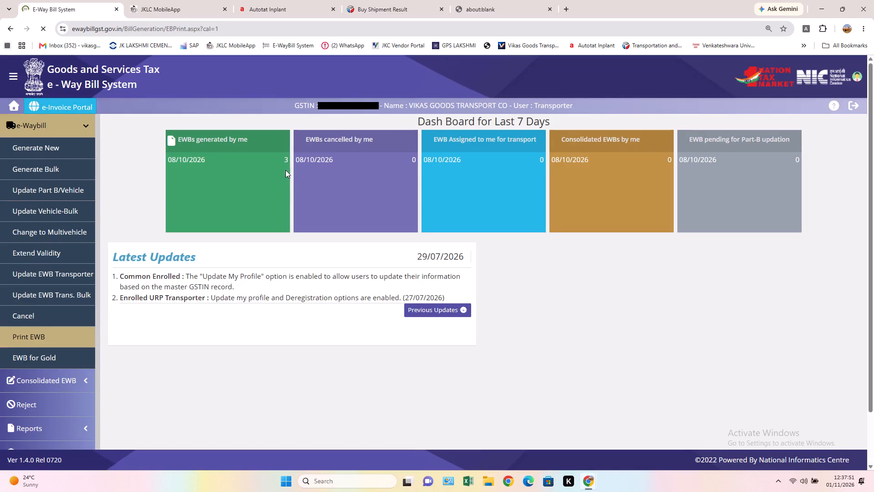
left_click(407, 132)
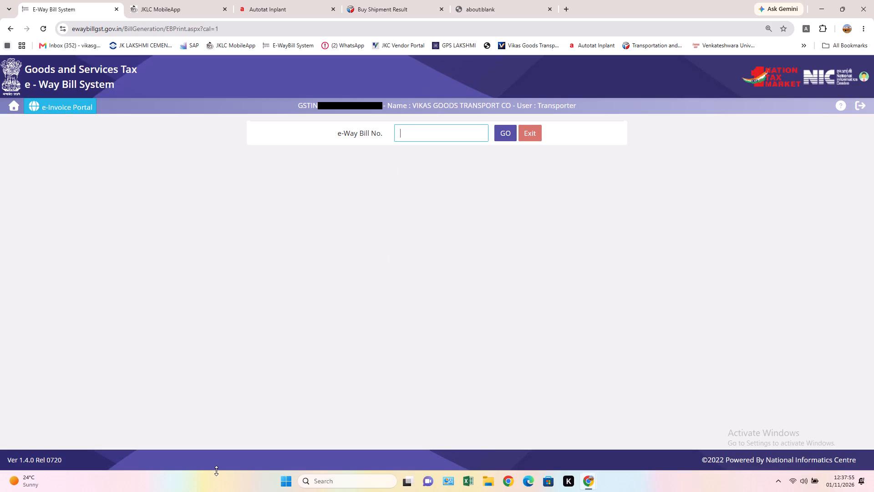
key("ctrl+v")
left_click(510, 134)
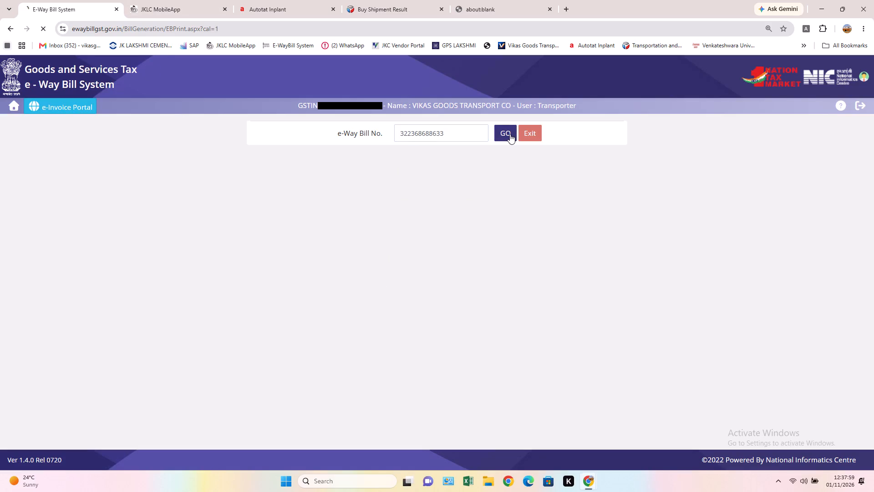
Print all pages of the retrieved e-Way Bill in portrait layout, one copy, on the Canon LBP2900.
scroll(482, 235, "down", 3)
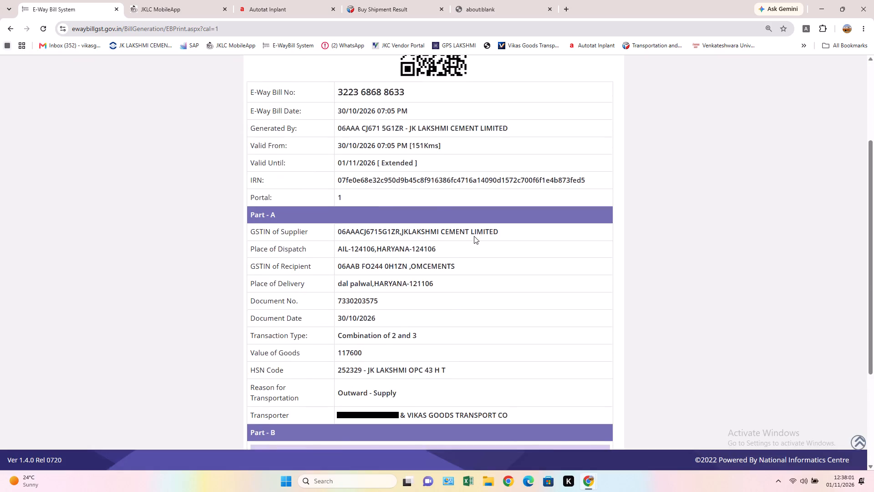
scroll(474, 236, "down", 3)
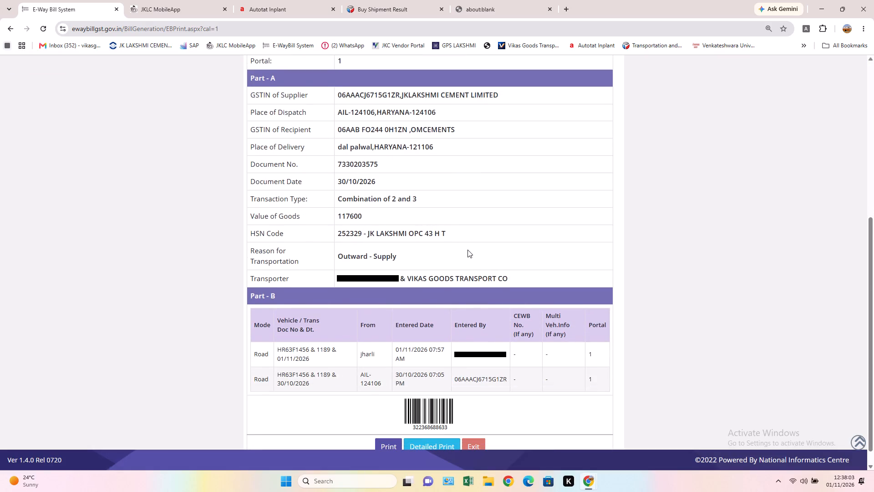
left_click(398, 446)
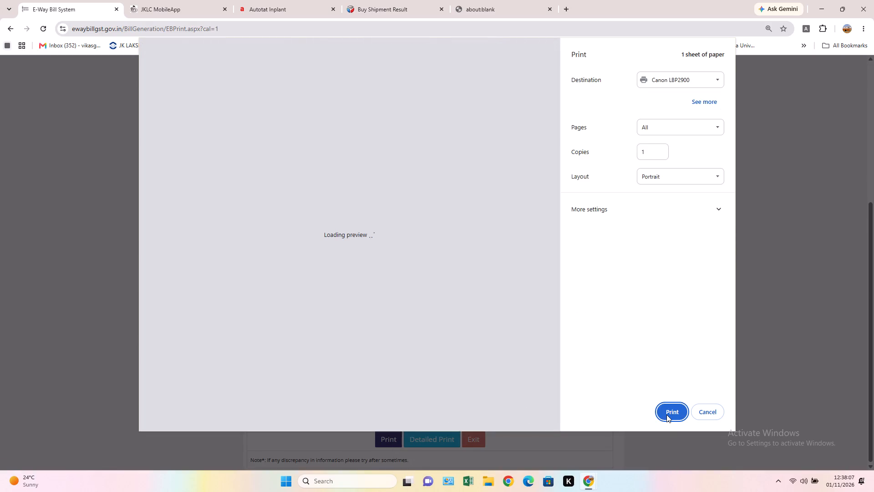
left_click(666, 415)
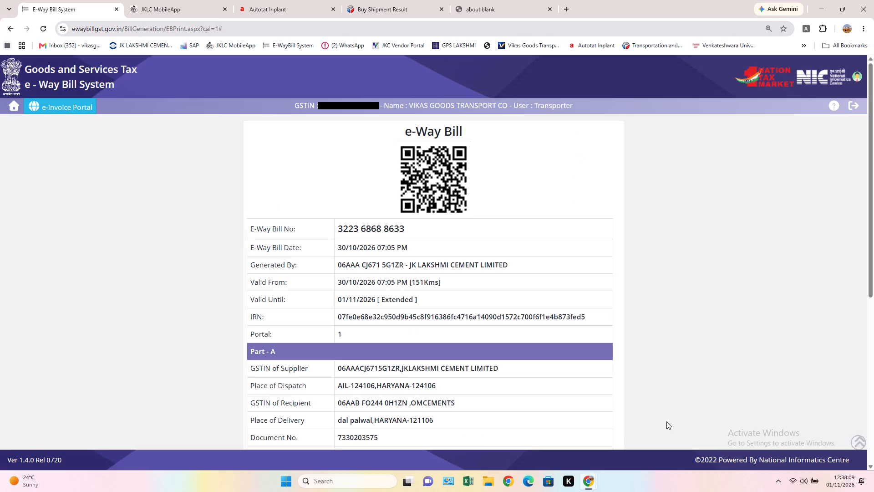
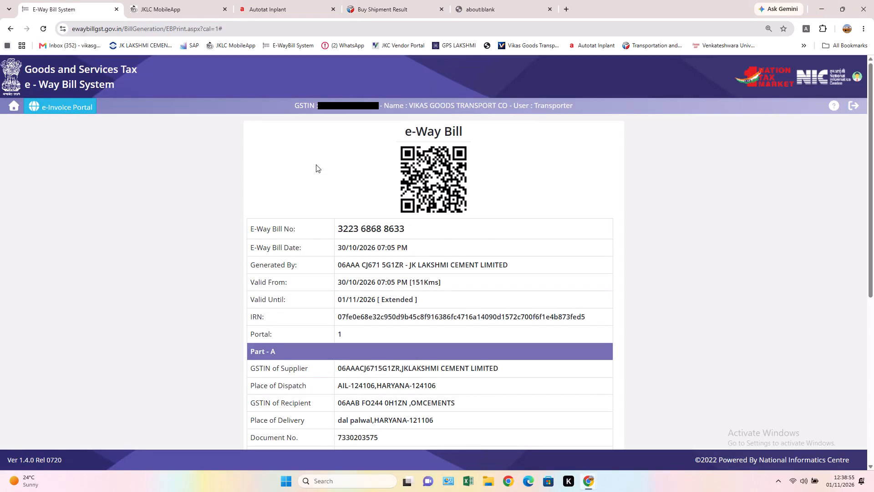
left_click(188, 1)
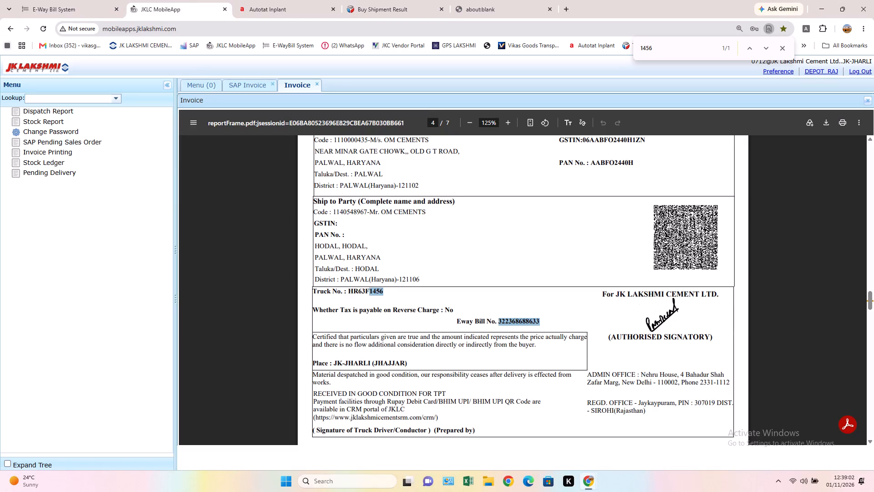
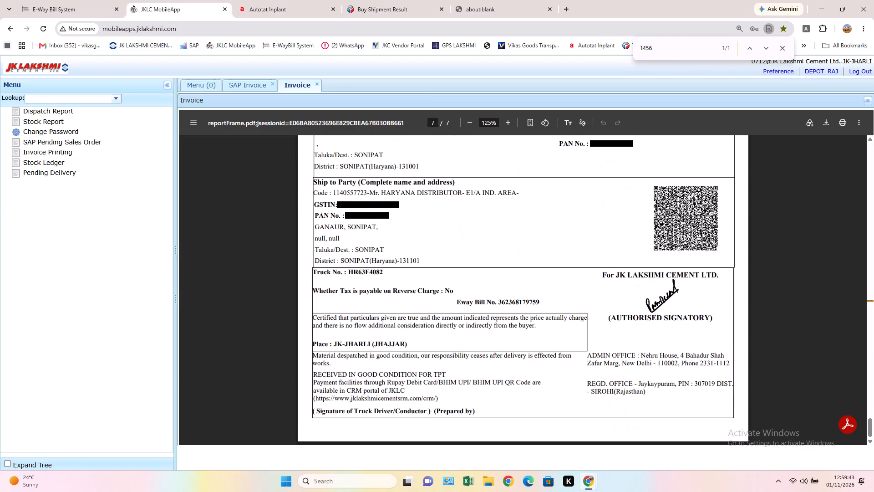
Review the invoices in reverse order from page 7 back to the header of the page 4 invoice.
scroll(507, 311, "up", 18)
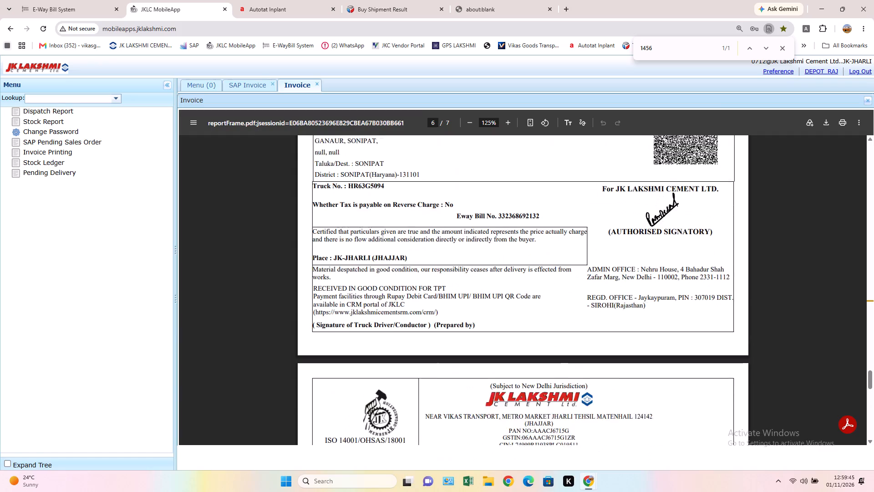
scroll(507, 311, "up", 7)
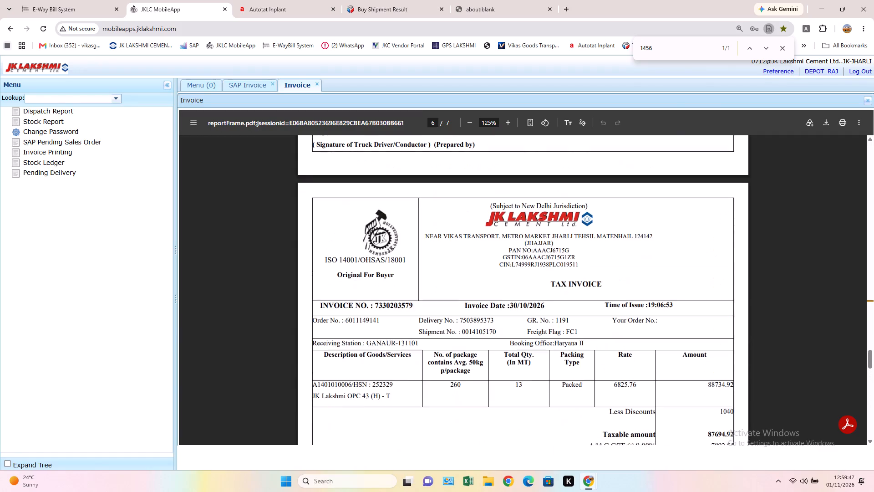
scroll(507, 311, "up", 7)
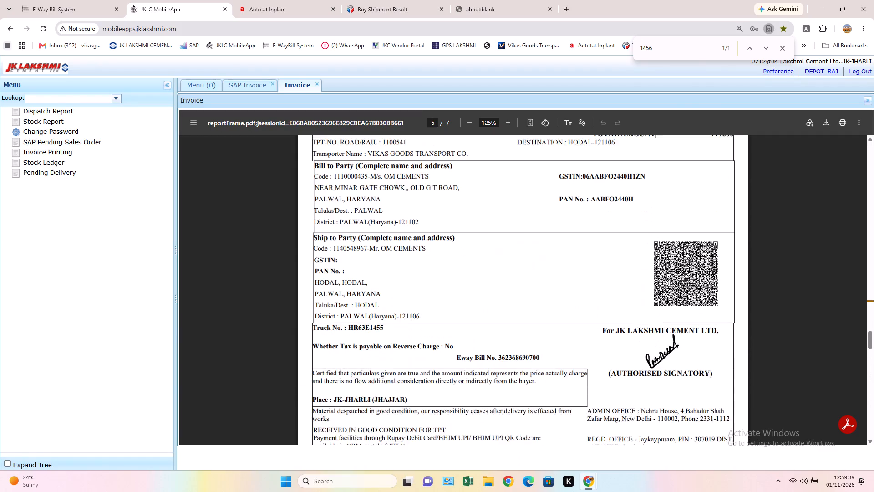
scroll(507, 311, "up", 12)
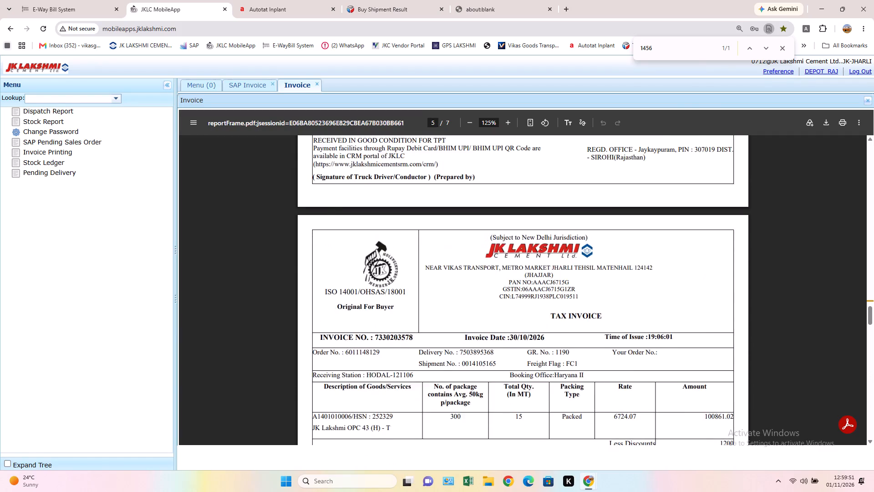
scroll(507, 311, "up", 12)
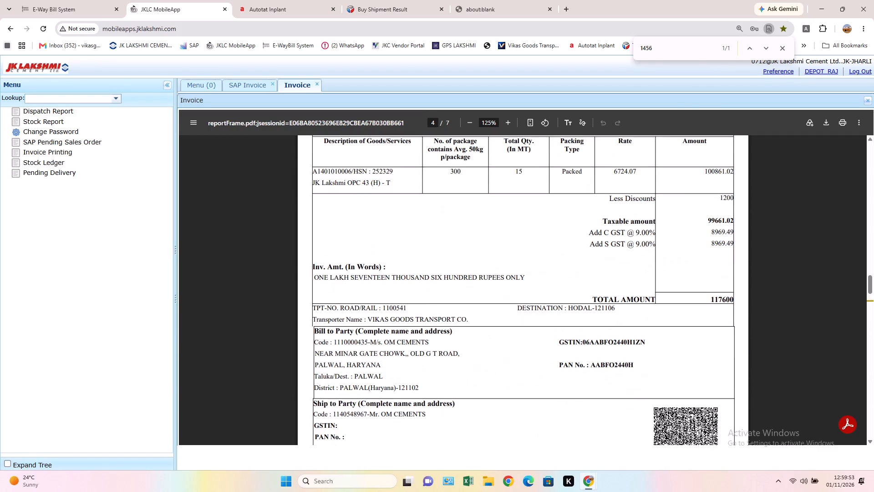
scroll(507, 311, "up", 1)
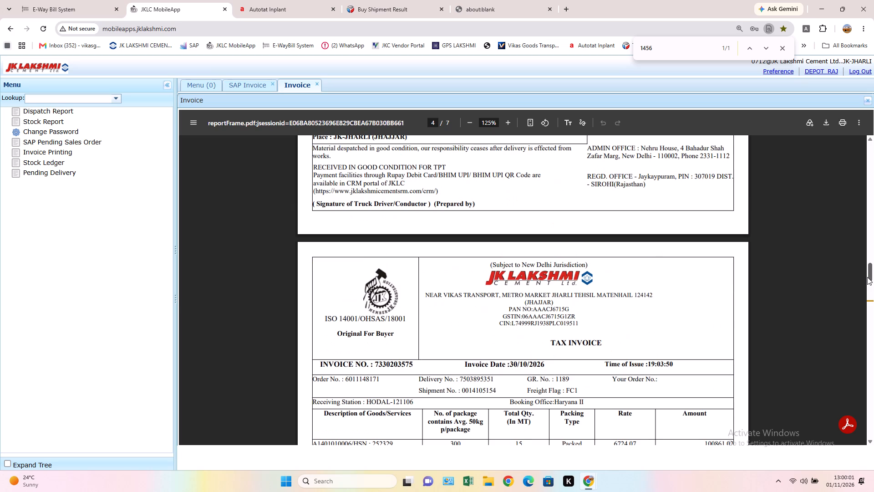
Search the invoice document for truck number 9632, replacing the previous search term.
key("BackSpace")
key("BackSpace")
key("BackSpace")
key("BackSpace")
key("BackSpace")
key("BackSpace")
key("BackSpace")
key("BackSpace")
key("BackSpace")
key("BackSpace")
key("BackSpace")
key("BackSpace")
key("BackSpace")
key("BackSpace")
key("BackSpace")
key("BackSpace")
left_click(656, 51)
key("BackSpace")
key("BackSpace")
key("BackSpace")
key("BackSpace")
key("BackSpace")
key("BackSpace")
key("BackSpace")
key("BackSpace")
key("BackSpace")
key("BackSpace")
key("BackSpace")
key("BackSpace")
key("BackSpace")
key("BackSpace")
key("BackSpace")
key("BackSpace")
key("BackSpace")
type("9632")
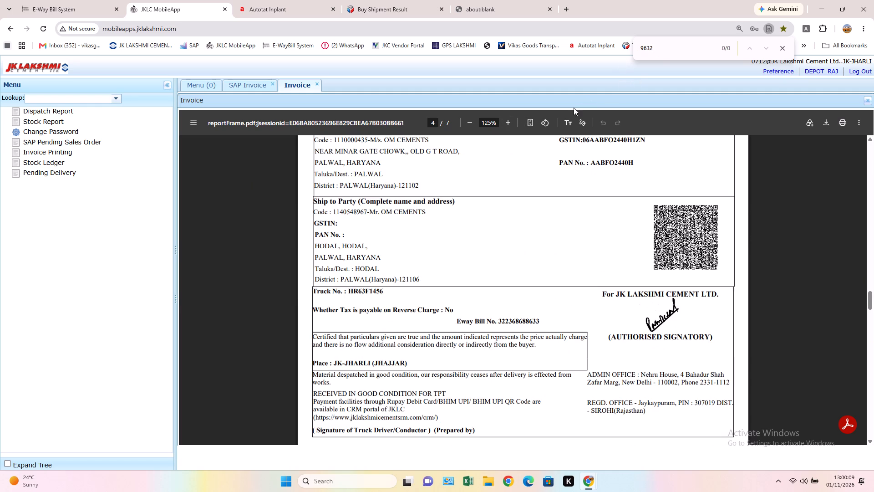
left_click(47, 151)
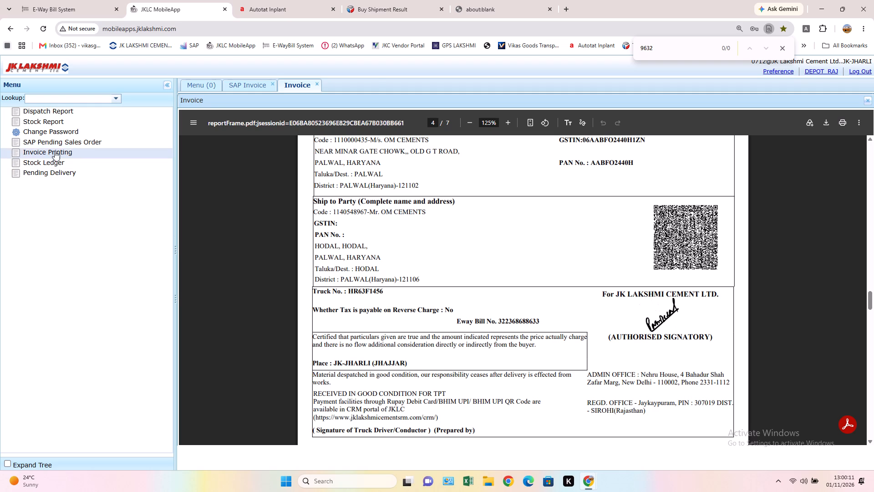
left_click(632, 109)
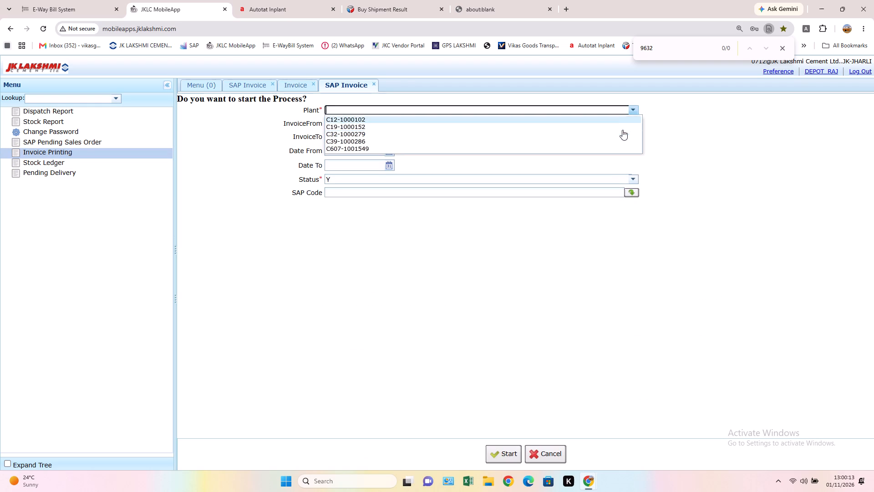
left_click(618, 146)
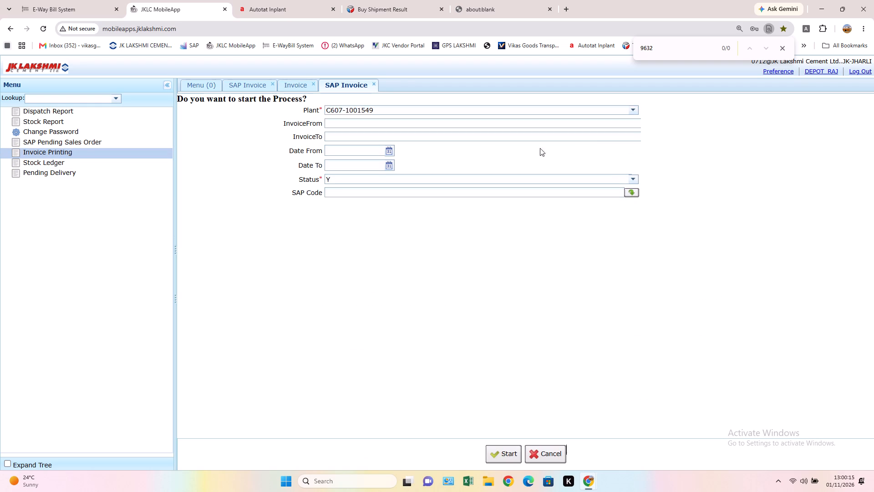
left_click(388, 149)
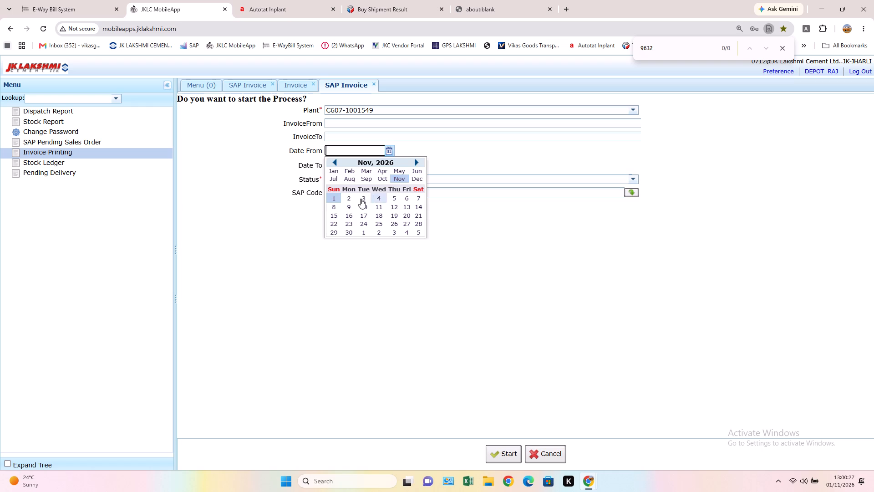
left_click(386, 178)
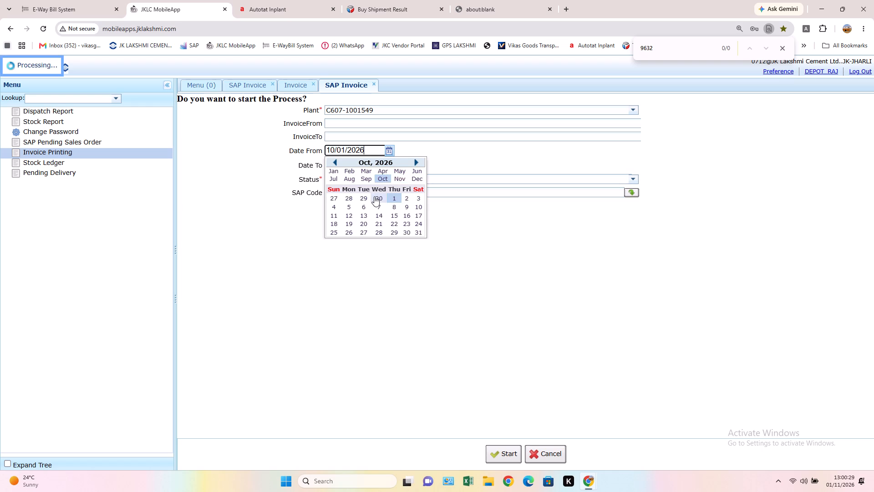
left_click(417, 233)
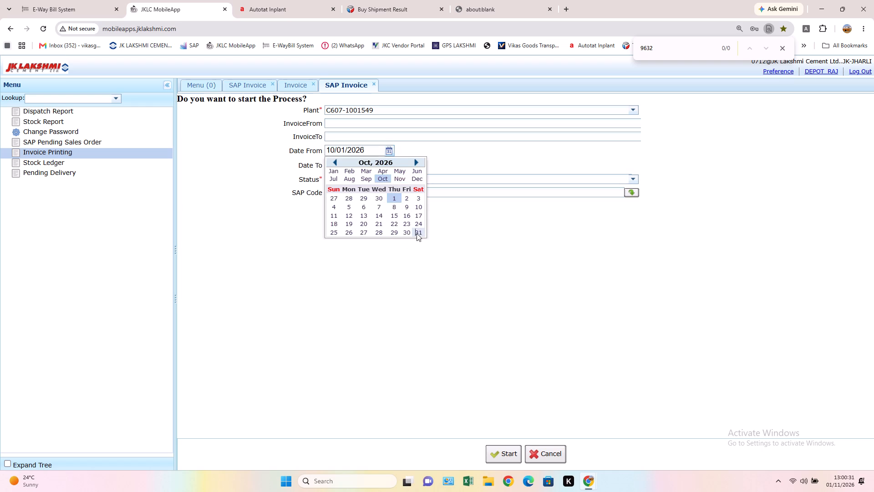
left_click(390, 168)
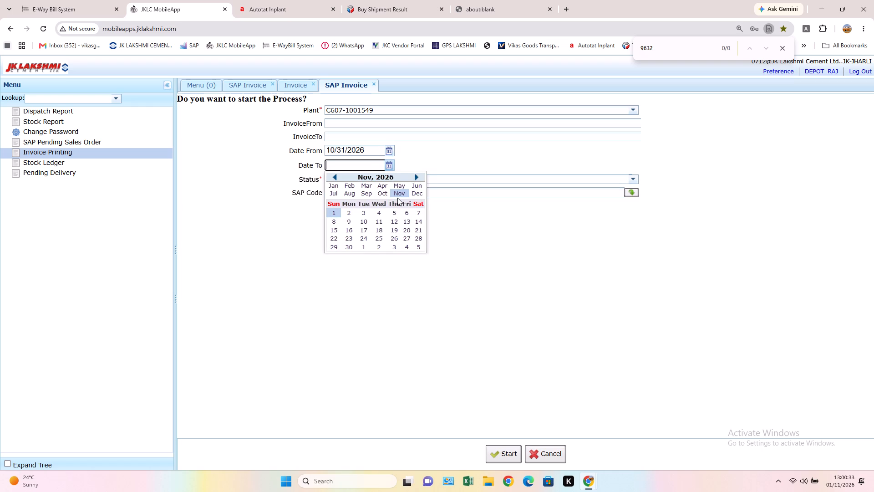
left_click(383, 191)
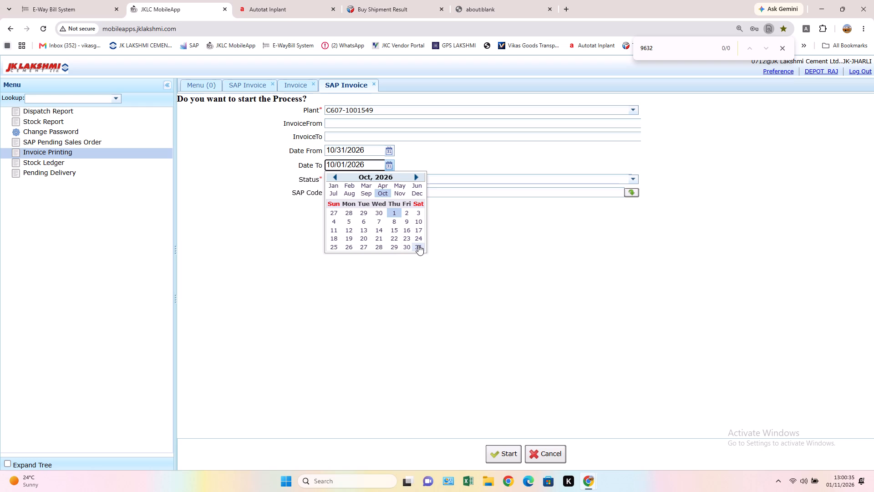
left_click(418, 245)
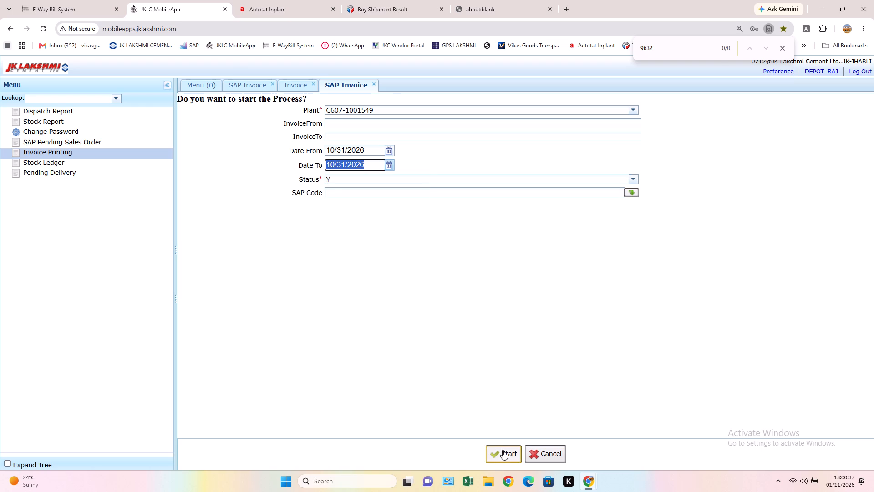
left_click(503, 450)
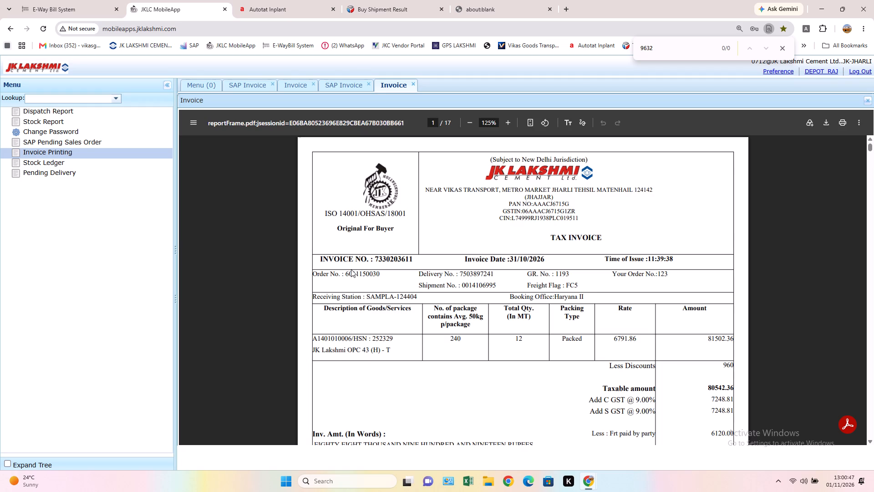
key("ctrl+f")
key("BackSpace")
key("9")
type("632")
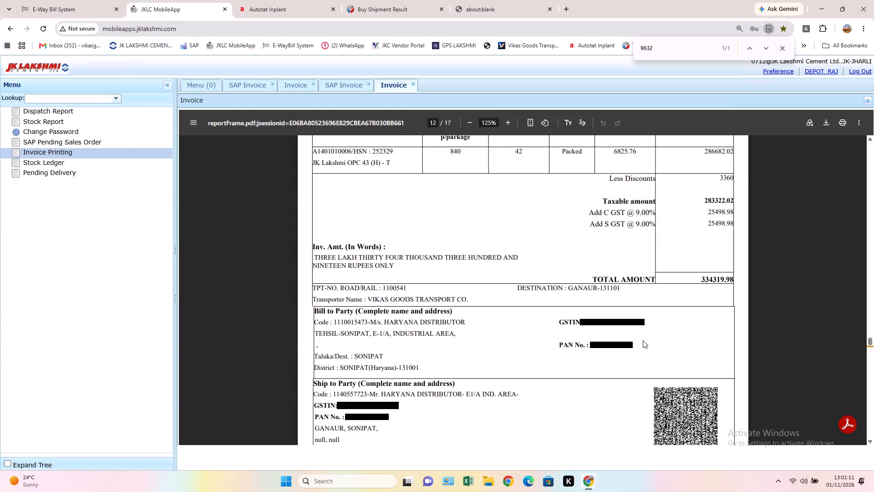
Print only page 12 of the invoice document, using a custom page range.
right_click(596, 239)
left_click(620, 263)
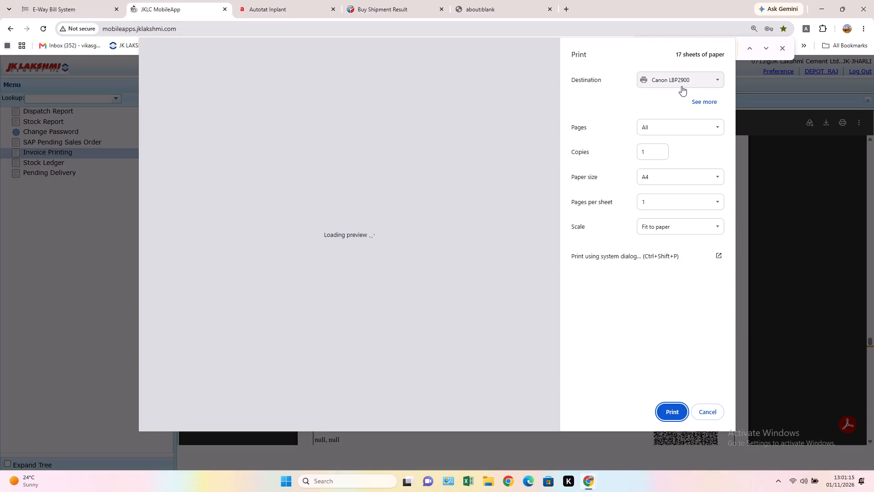
left_click(682, 83)
left_click(609, 103)
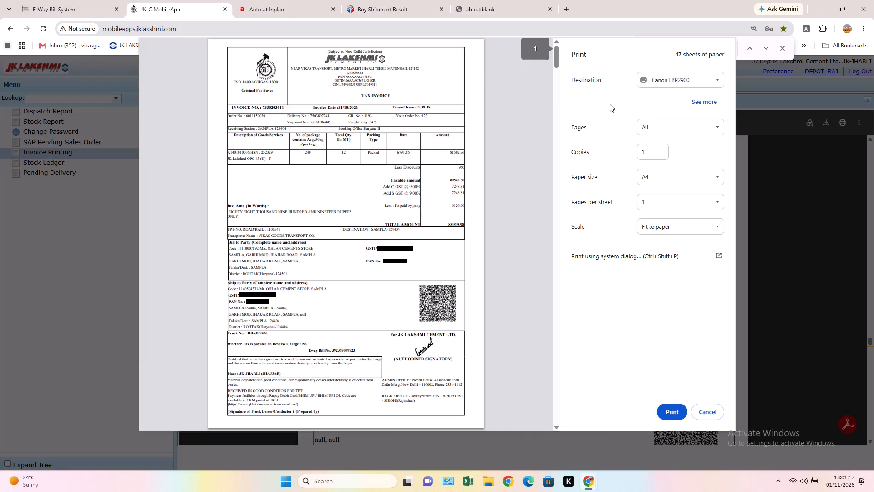
left_click(659, 123)
left_click(658, 171)
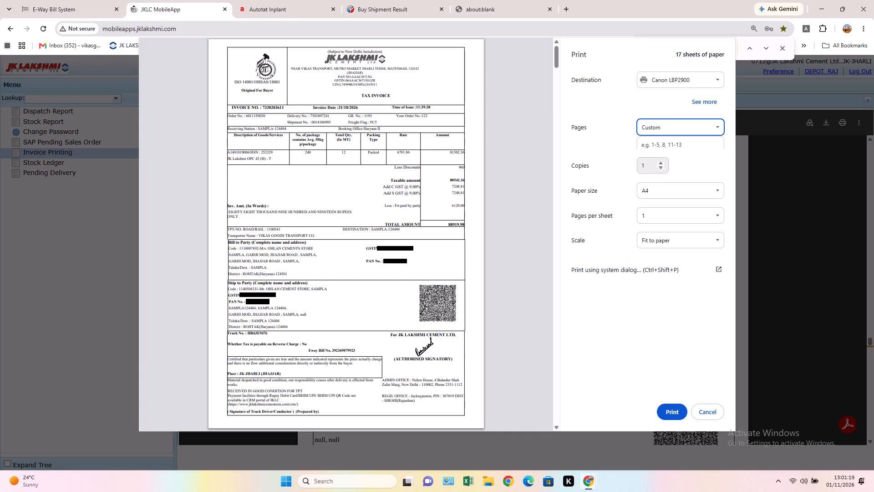
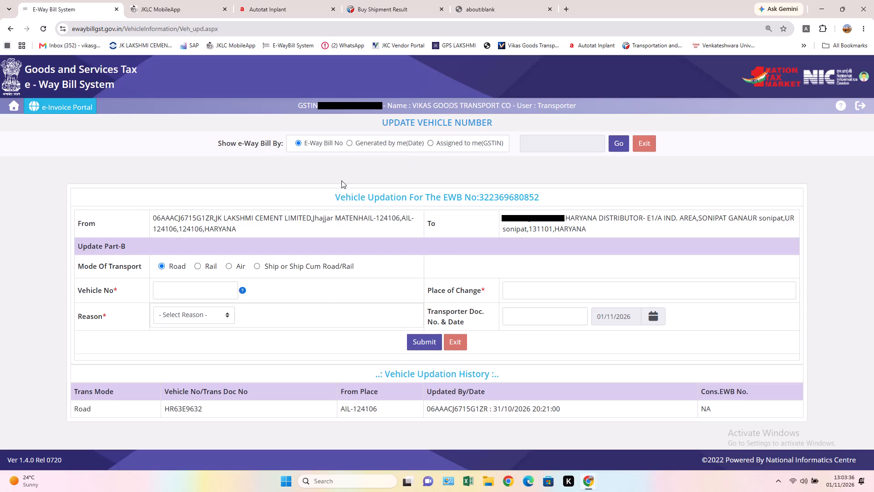
scroll(275, 224, "down", 3)
left_click(190, 289)
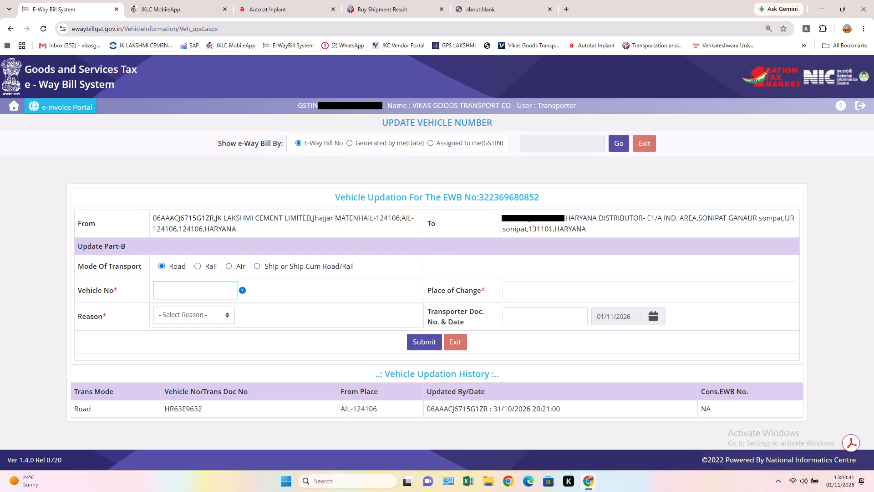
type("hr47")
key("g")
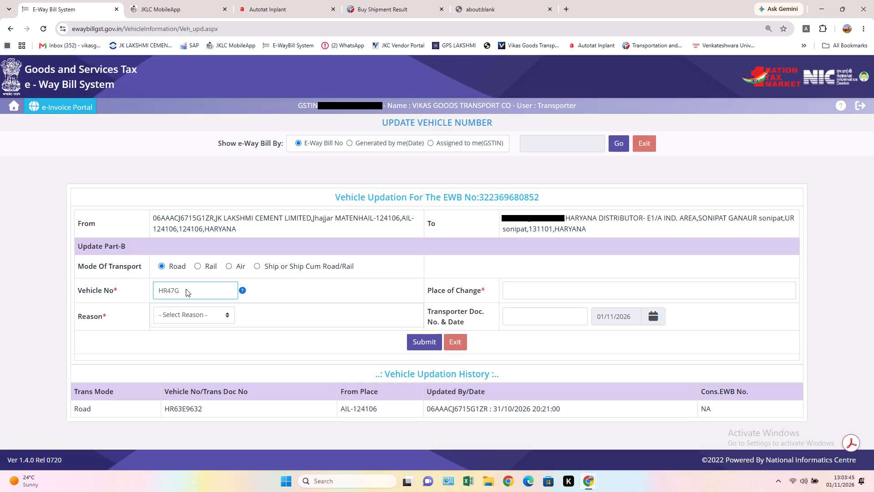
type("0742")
left_click(199, 313)
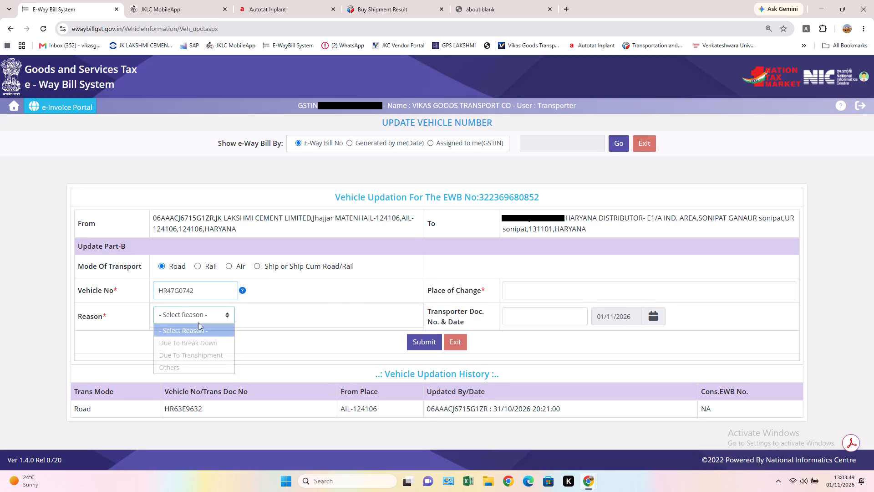
left_click(205, 359)
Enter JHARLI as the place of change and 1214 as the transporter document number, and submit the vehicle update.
left_click(503, 294)
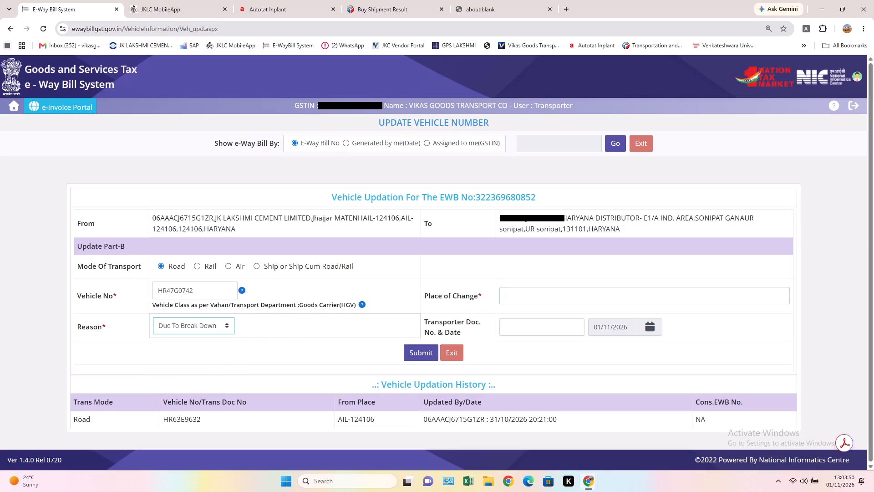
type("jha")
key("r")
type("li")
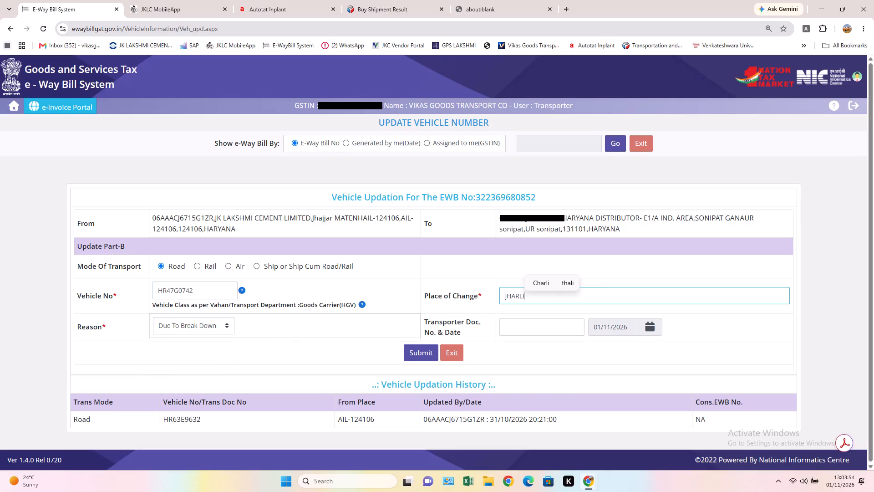
left_click(524, 326)
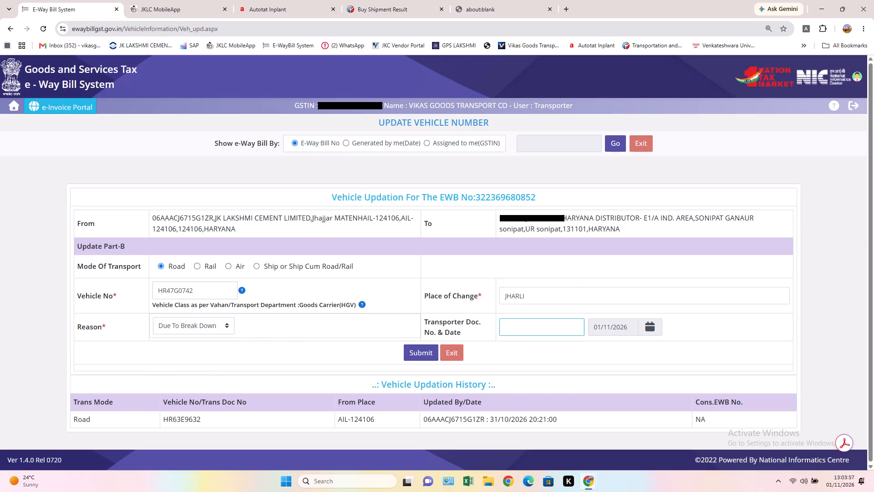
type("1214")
scroll(402, 318, "up", 1)
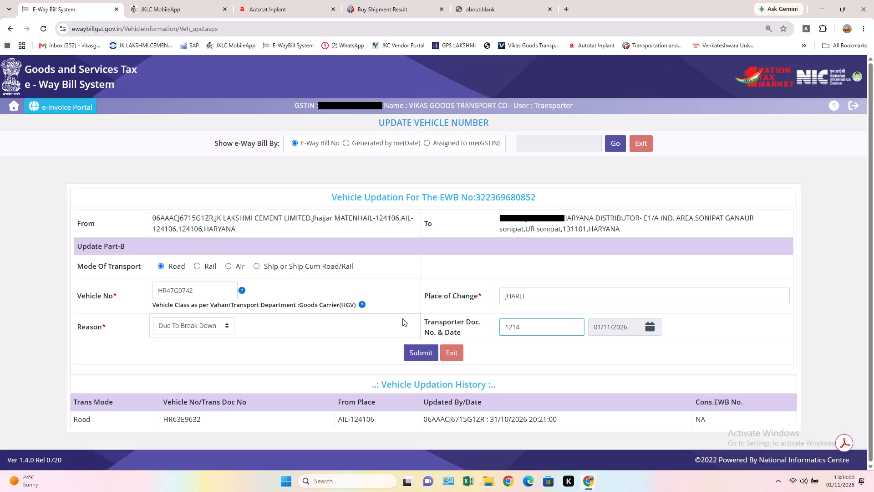
scroll(402, 318, "up", 2)
scroll(217, 321, "down", 1)
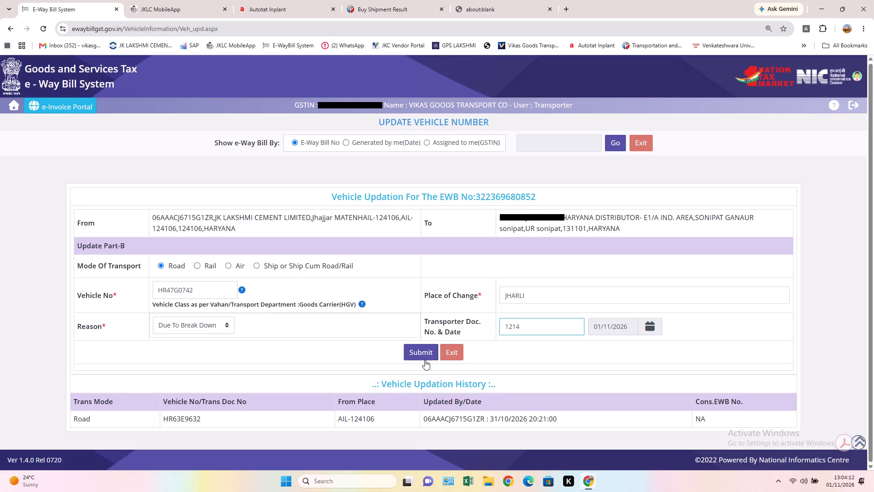
left_click(420, 348)
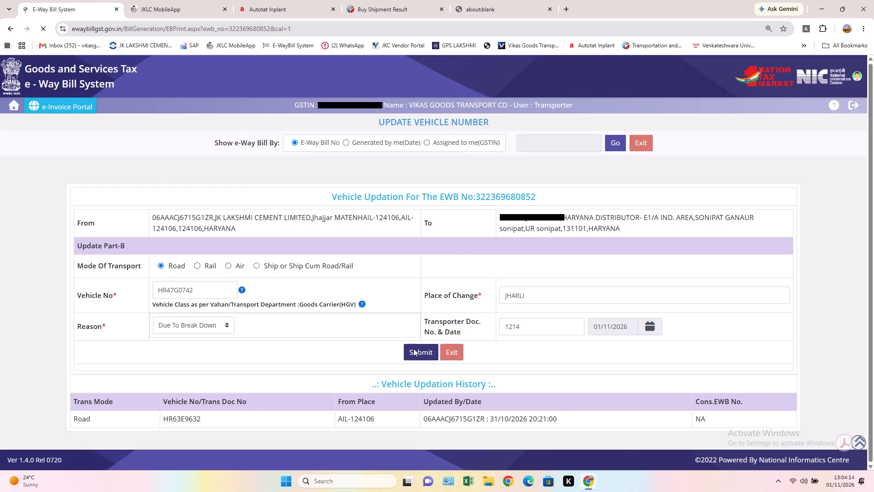
scroll(405, 337, "down", 8)
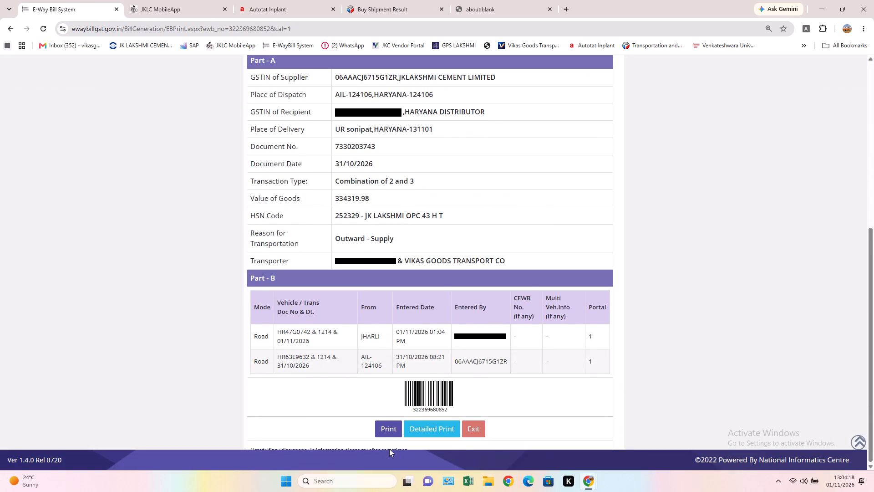
left_click(381, 427)
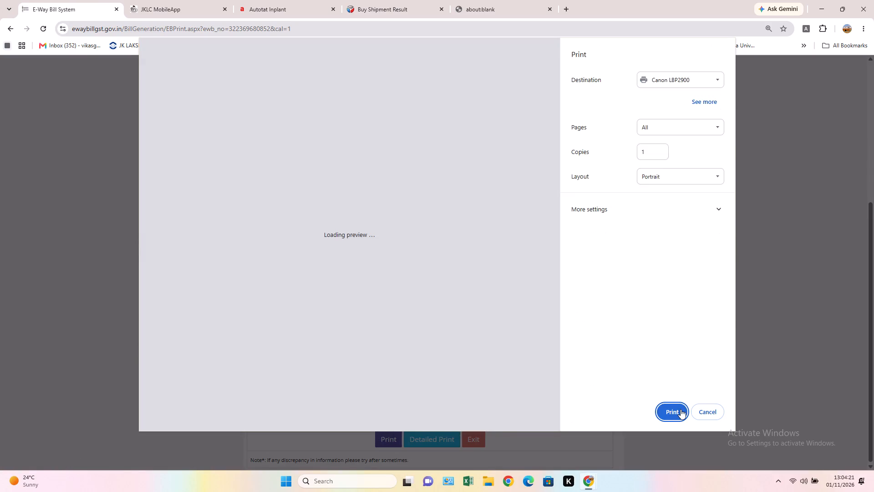
left_click(680, 410)
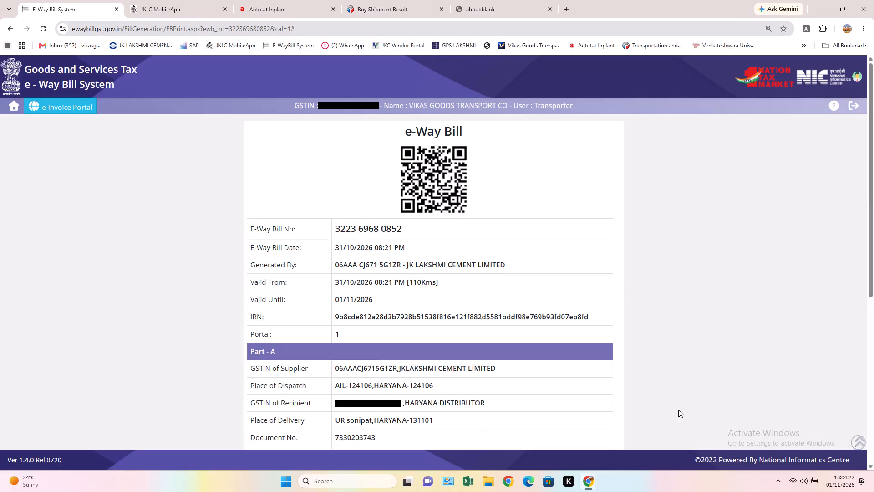
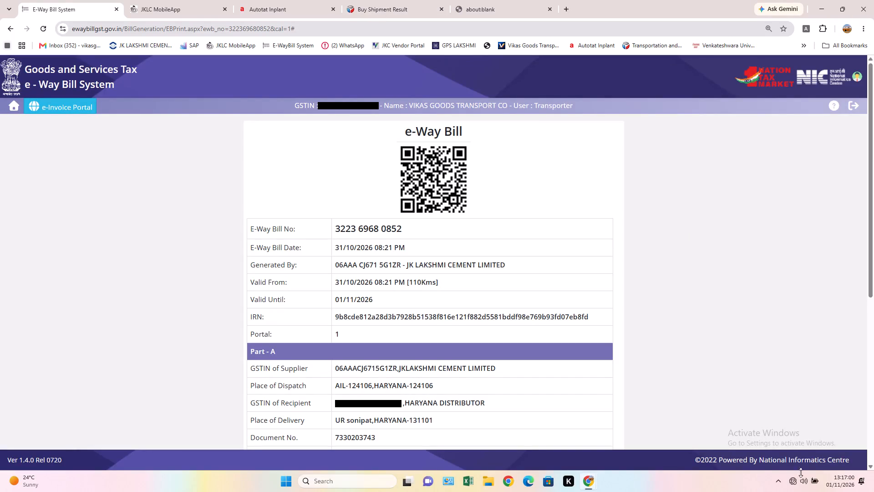
Switch the computer's Wi-Fi connection to the Sarpanch's A36 network.
left_click(788, 479)
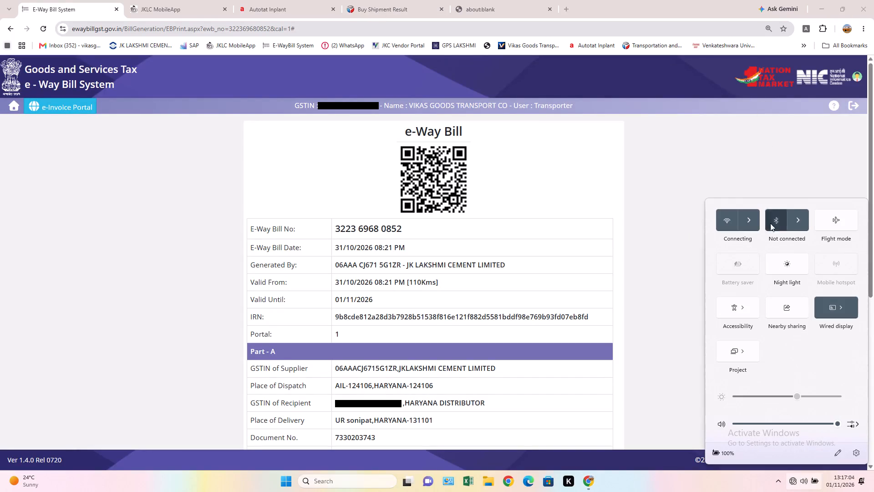
left_click(749, 220)
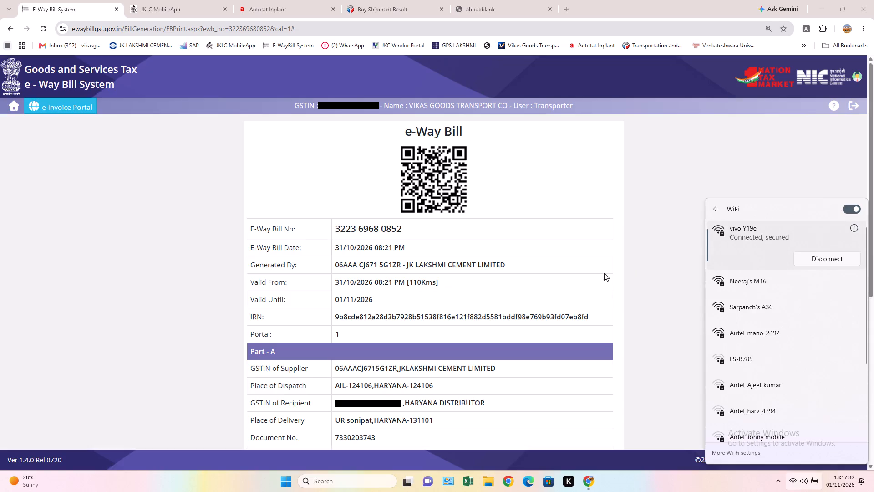
left_click(770, 307)
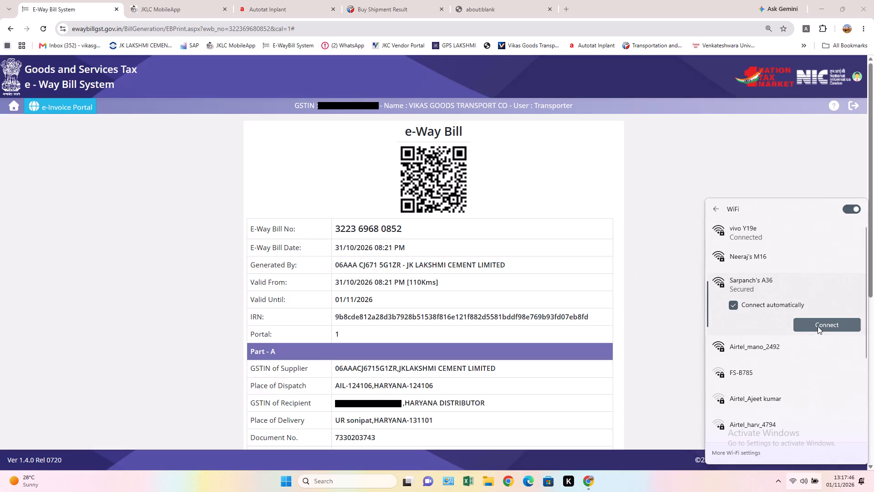
left_click(818, 326)
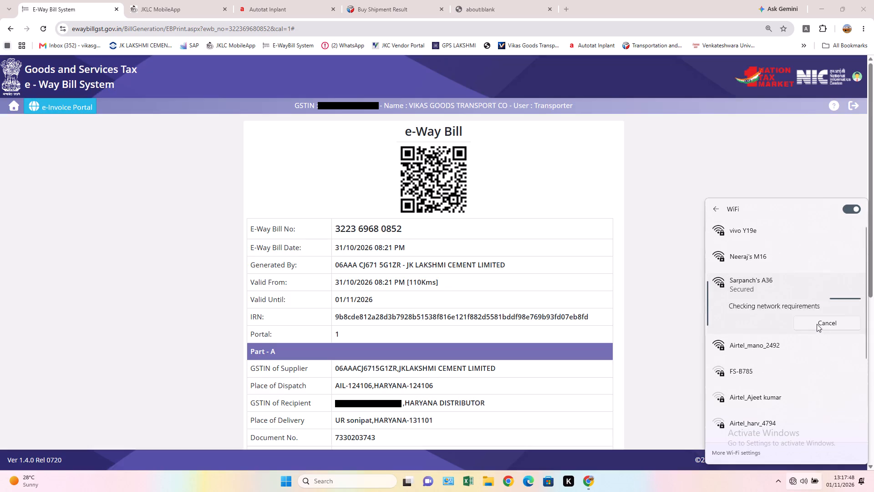